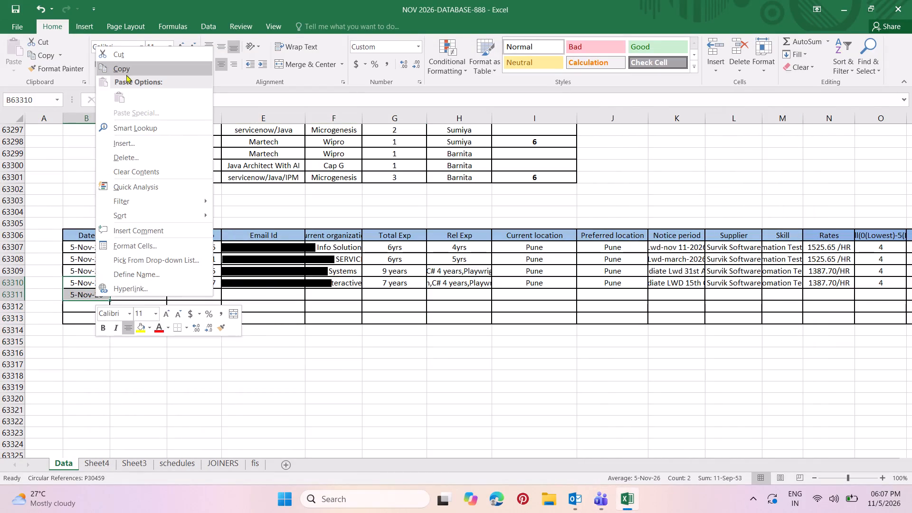
# Copy the two 5-Nov-26 date cells B63310:B63311 and paste them into the empty Date cells starting at B63312.
pyautogui.click(126, 74)
pyautogui.rightClick(78, 307)
pyautogui.click(100, 108)
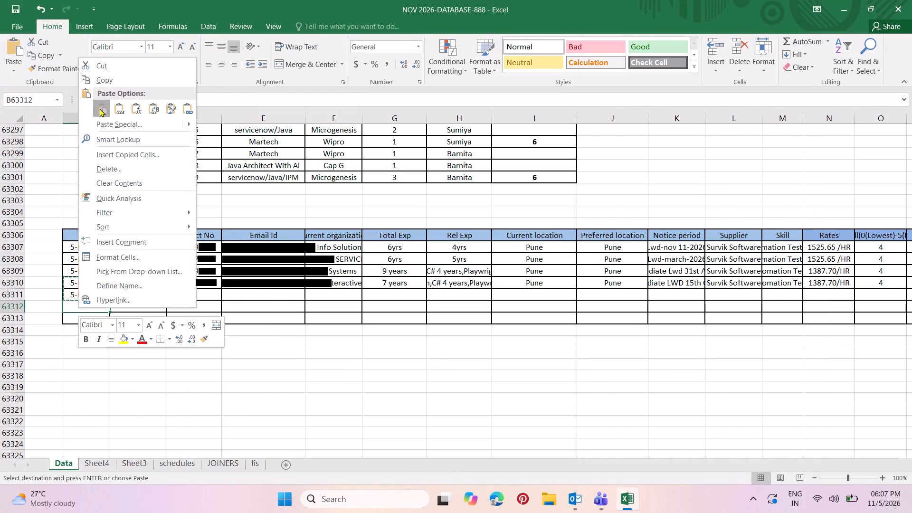
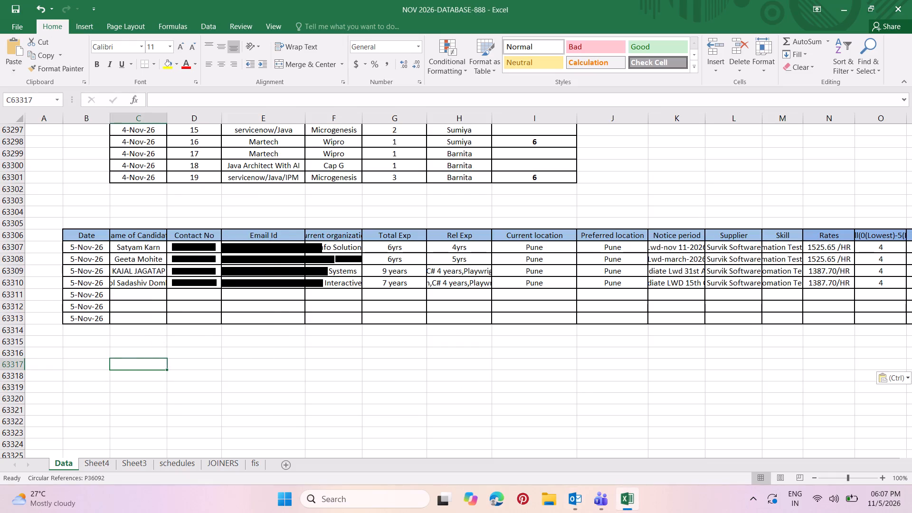
# Paste the copied candidate record into the blank area below the 5-Nov-26 table, starting at cell C63317.
pyautogui.click(168, 347)
# Copy the candidate's name, contact number and email from C63317:E63317 into the table row starting at C63311, keeping the table's formatting.
pyautogui.moveTo(140, 363); pyautogui.dragTo(281, 365)
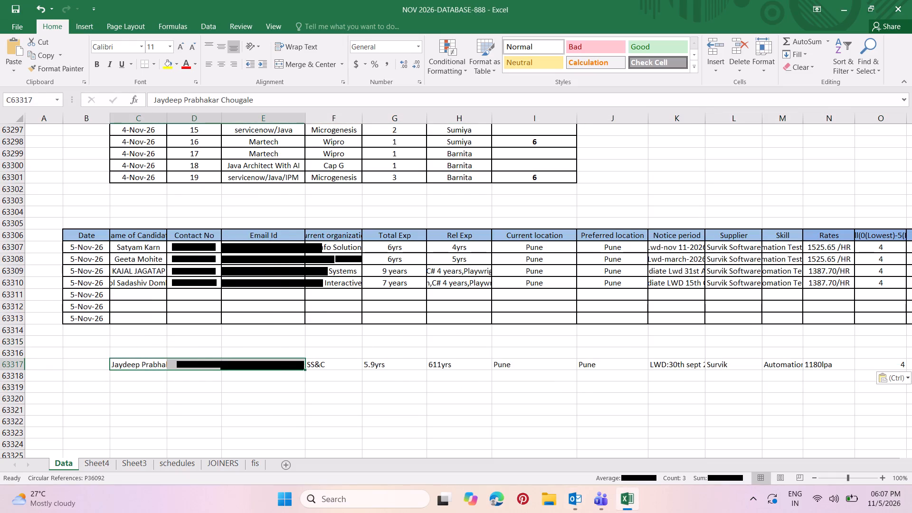
pyautogui.rightClick(281, 365)
pyautogui.click(318, 136)
pyautogui.rightClick(133, 293)
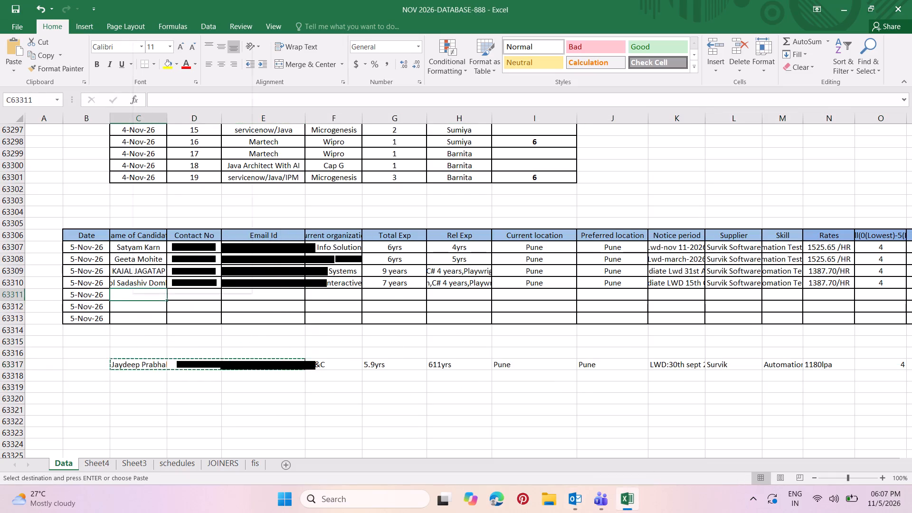
pyautogui.click(178, 94)
pyautogui.click(261, 331)
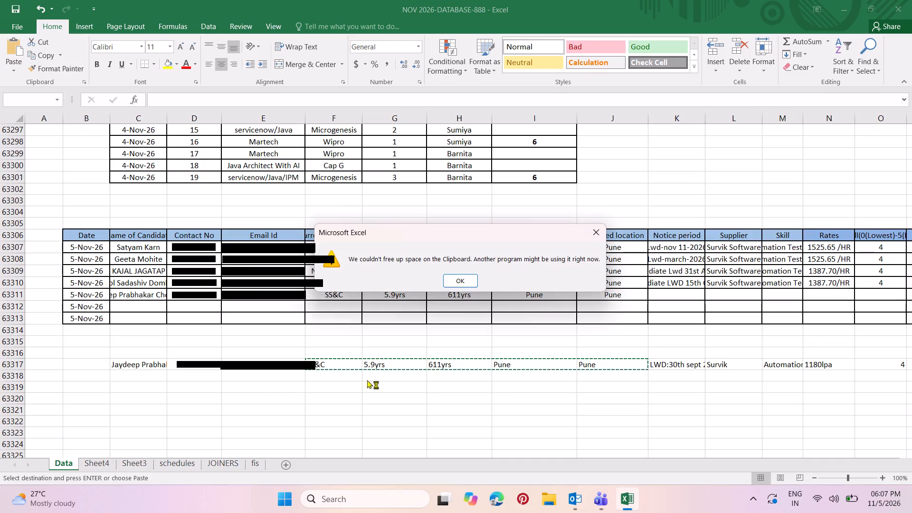
pyautogui.click(461, 278)
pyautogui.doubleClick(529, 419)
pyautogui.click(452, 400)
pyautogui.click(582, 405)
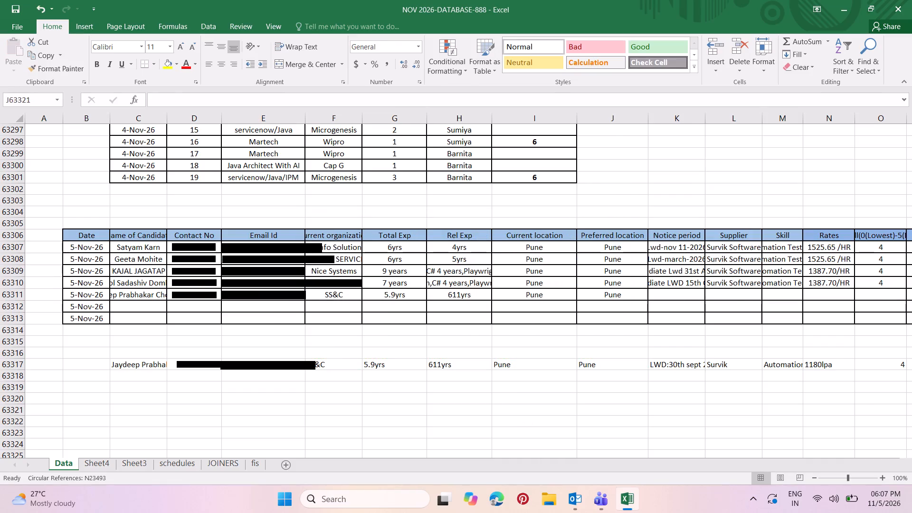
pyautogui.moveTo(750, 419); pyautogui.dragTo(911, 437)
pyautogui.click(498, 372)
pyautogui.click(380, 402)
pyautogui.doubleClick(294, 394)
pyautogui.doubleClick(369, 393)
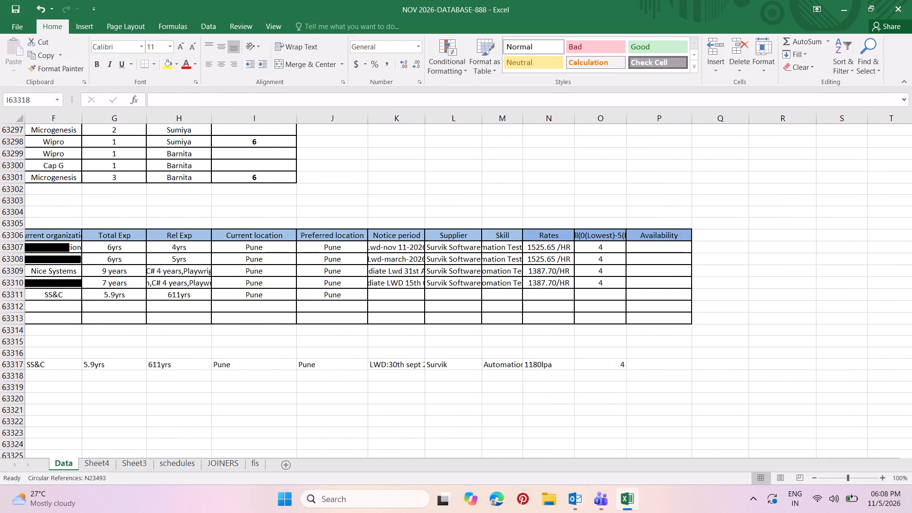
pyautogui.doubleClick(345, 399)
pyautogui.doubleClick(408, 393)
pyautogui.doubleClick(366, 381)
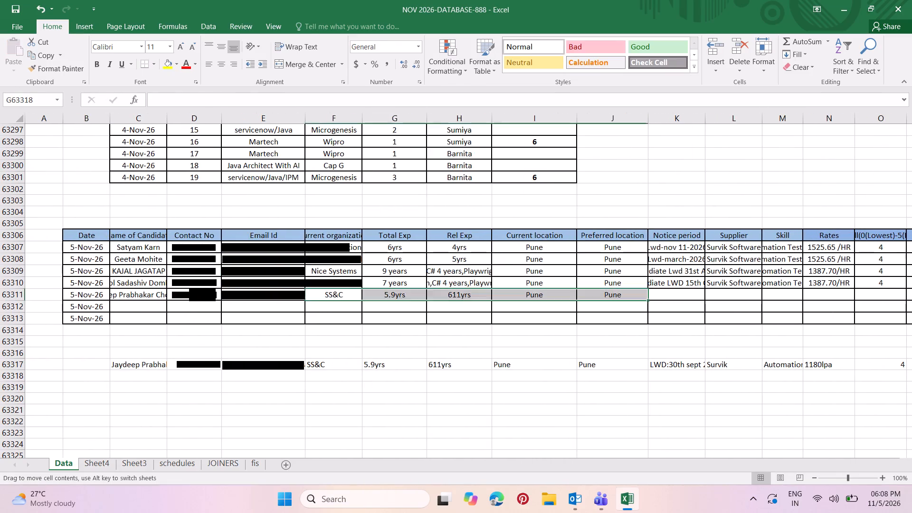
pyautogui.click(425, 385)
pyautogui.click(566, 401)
# Copy the notice period "LWD:30th sept 2026" from K63317 and paste it as a value into K63311.
pyautogui.moveTo(754, 418); pyautogui.dragTo(911, 437)
pyautogui.click(634, 402)
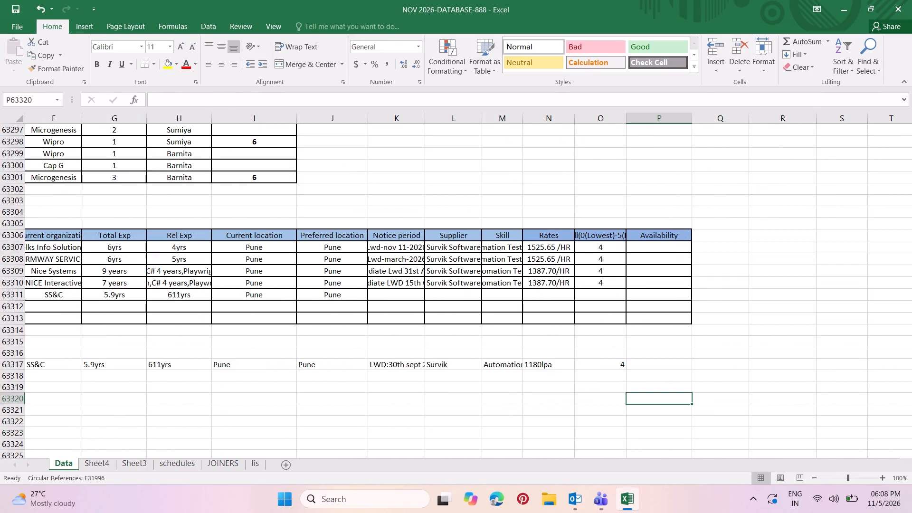
pyautogui.rightClick(403, 365)
pyautogui.click(438, 140)
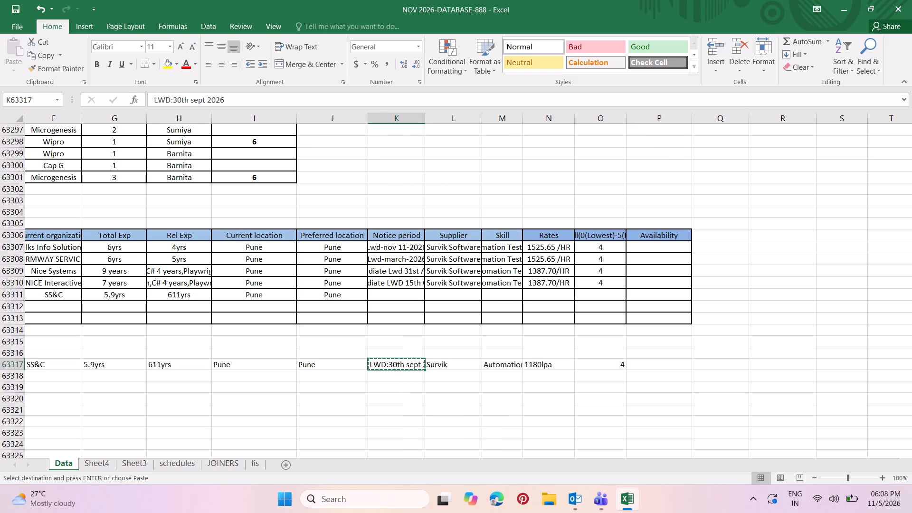
pyautogui.rightClick(396, 299)
pyautogui.click(435, 101)
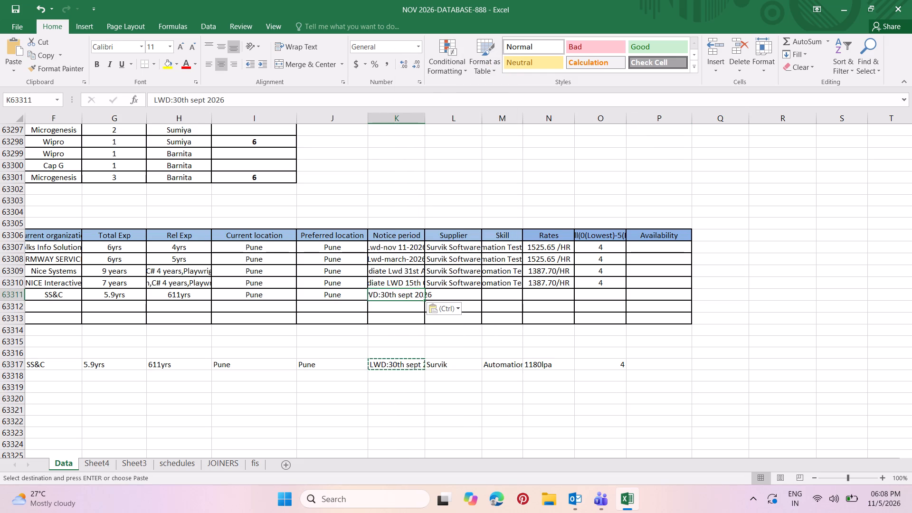
# Copy the supplier, skill and rate cells L63310:N63310 and paste them into row 63311, starting at L63311.
pyautogui.moveTo(438, 285); pyautogui.dragTo(535, 283)
pyautogui.rightClick(535, 283)
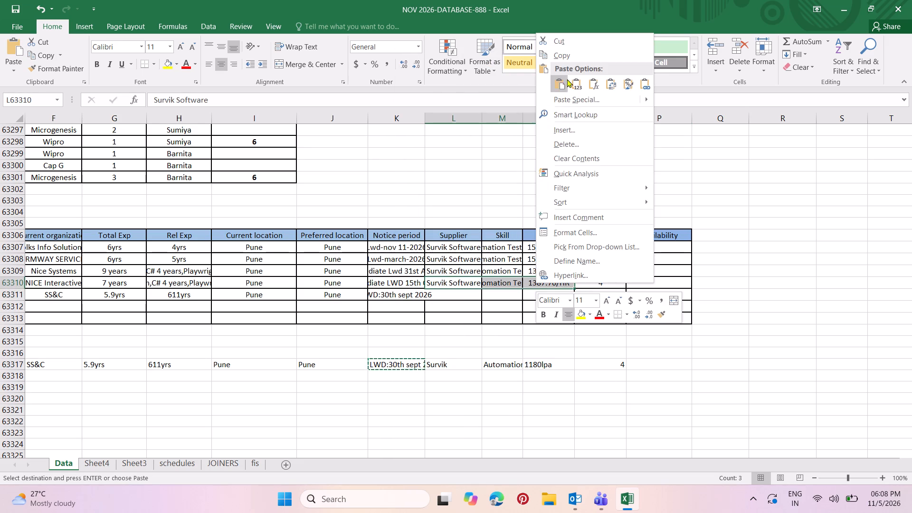
pyautogui.click(578, 60)
pyautogui.rightClick(455, 292)
pyautogui.click(480, 97)
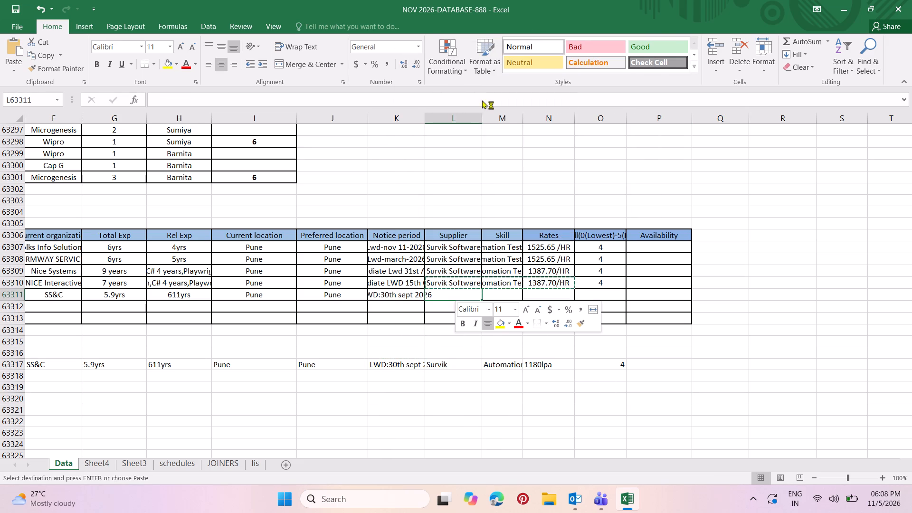
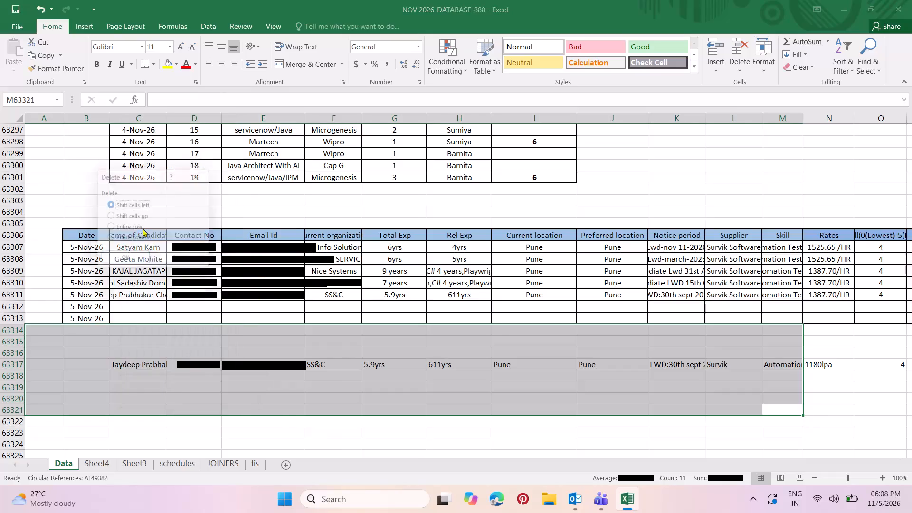
# Delete the entire selected rows 63314 to 63321 below the candidate table, including the copied source entry.
pyautogui.click(139, 229)
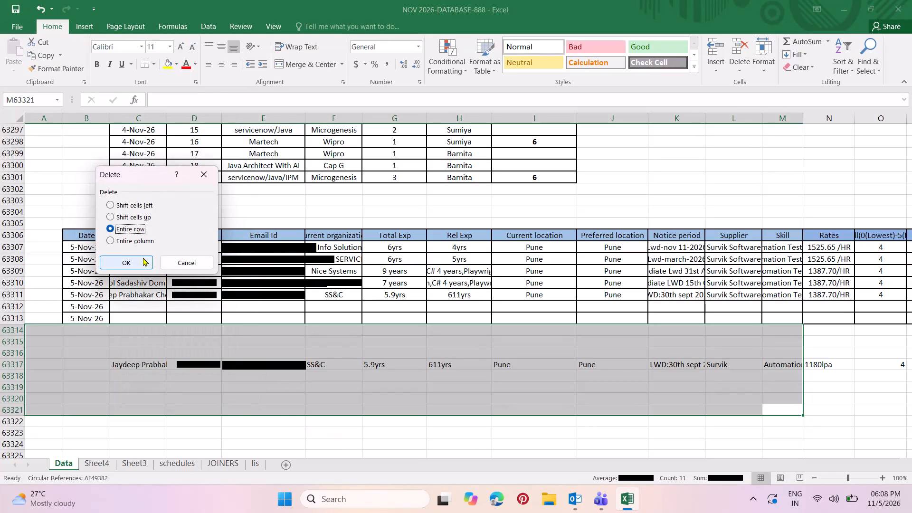
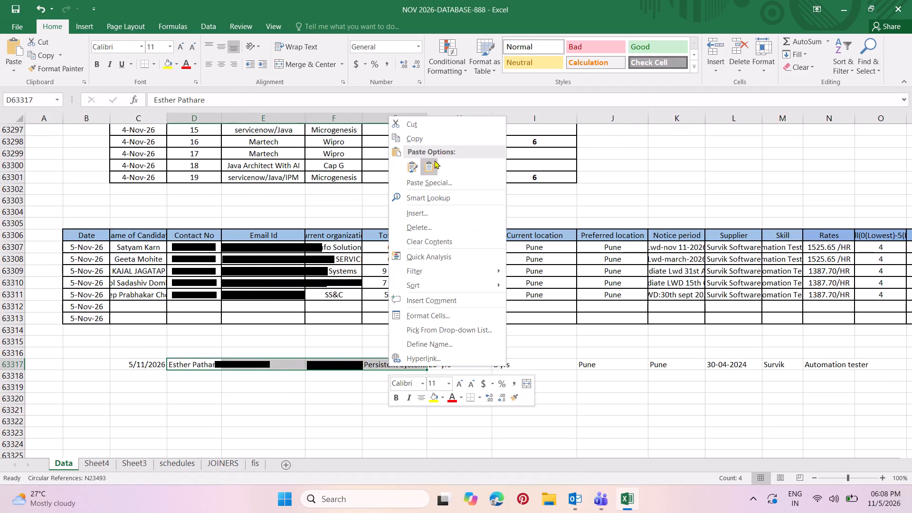
pyautogui.click(440, 142)
pyautogui.rightClick(142, 304)
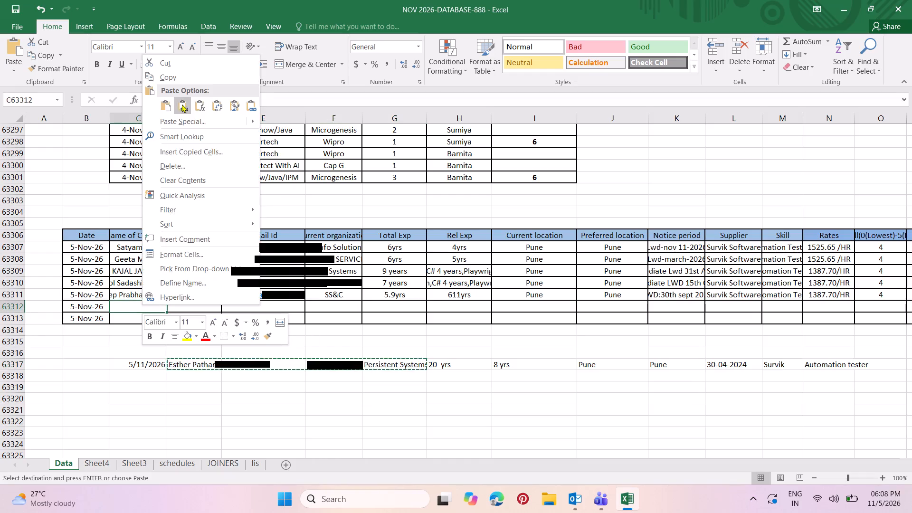
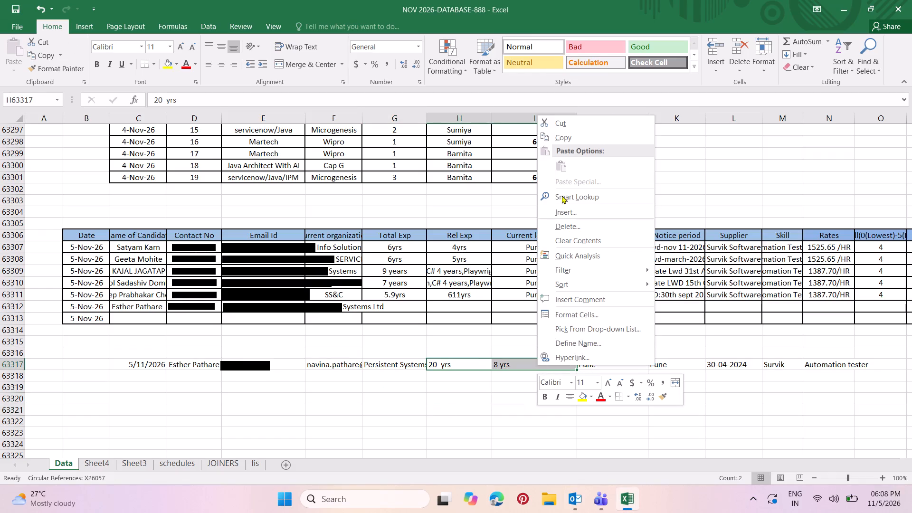
# Copy the total and relevant experience cells H63317:I63317, paste them as values into G63312:H63312, and center them.
pyautogui.click(579, 144)
pyautogui.rightClick(390, 305)
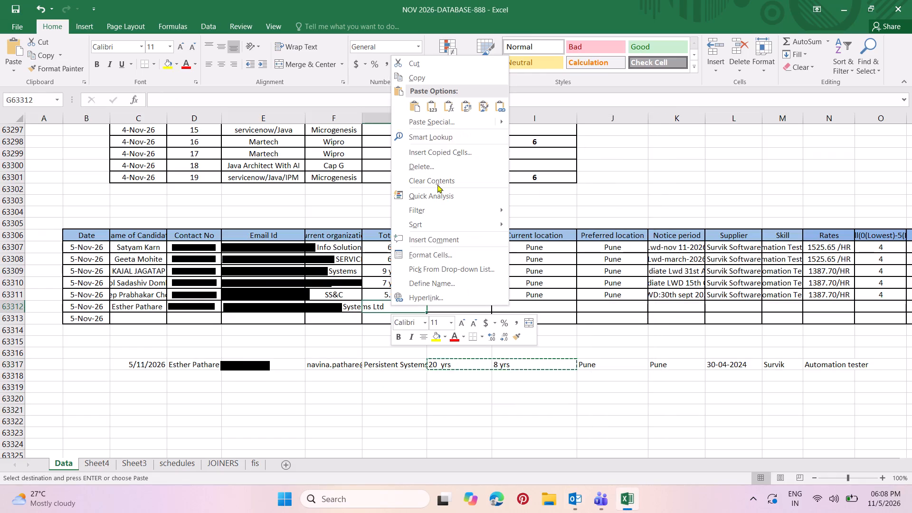
pyautogui.click(435, 101)
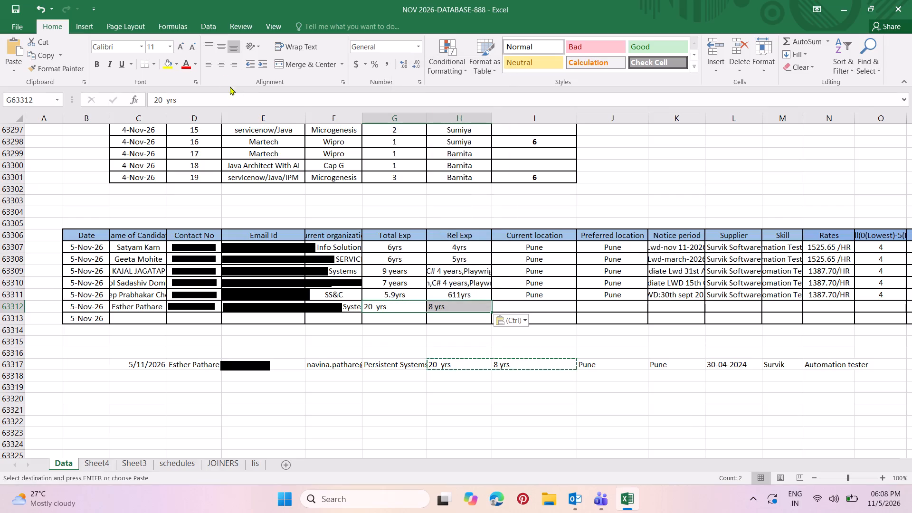
pyautogui.click(223, 68)
pyautogui.click(373, 342)
pyautogui.click(266, 334)
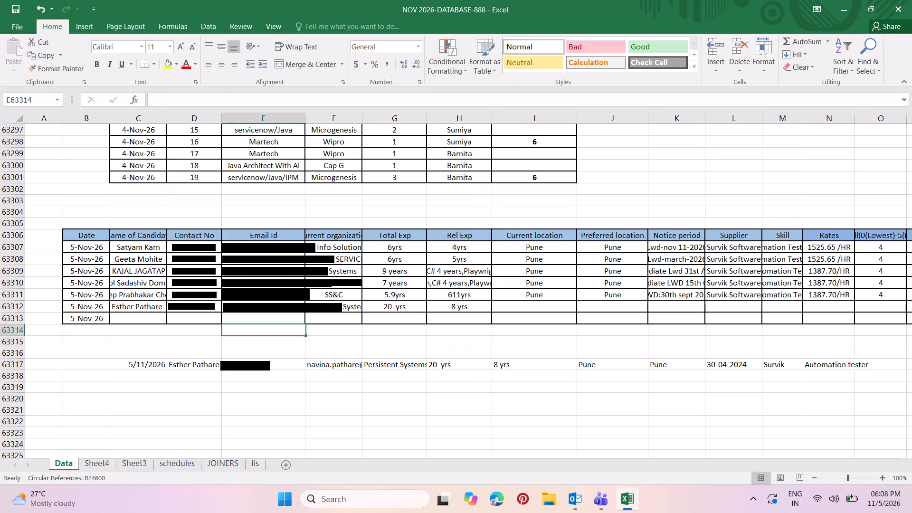
pyautogui.click(398, 310)
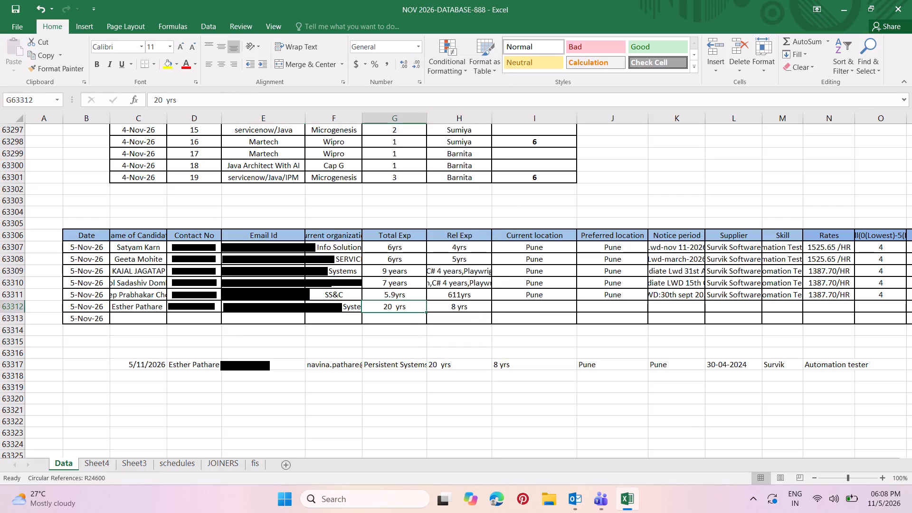
# Delete entire rows 63315 to 63320, including the loose candidate entry below the 5-Nov-26 table.
pyautogui.moveTo(103, 343); pyautogui.dragTo(315, 403)
pyautogui.rightClick(275, 386)
pyautogui.click(320, 252)
pyautogui.click(301, 249)
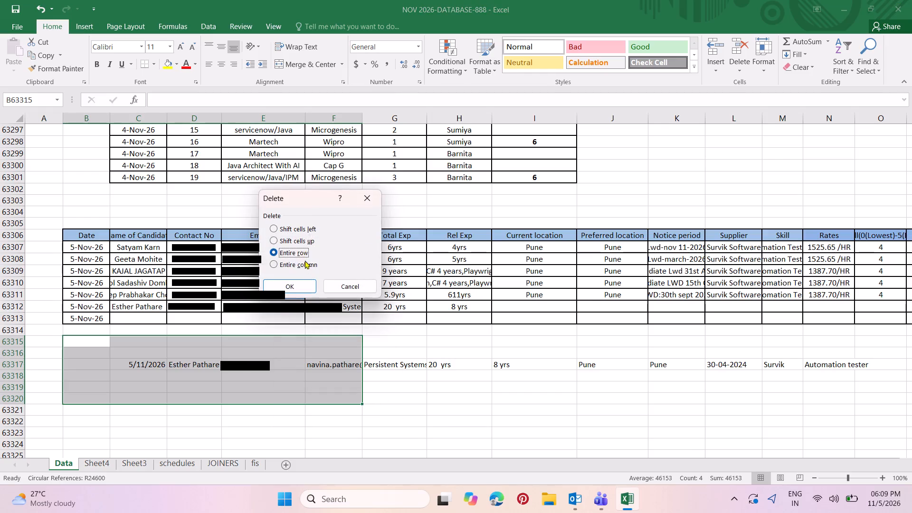
pyautogui.click(305, 287)
pyautogui.click(549, 376)
pyautogui.click(428, 360)
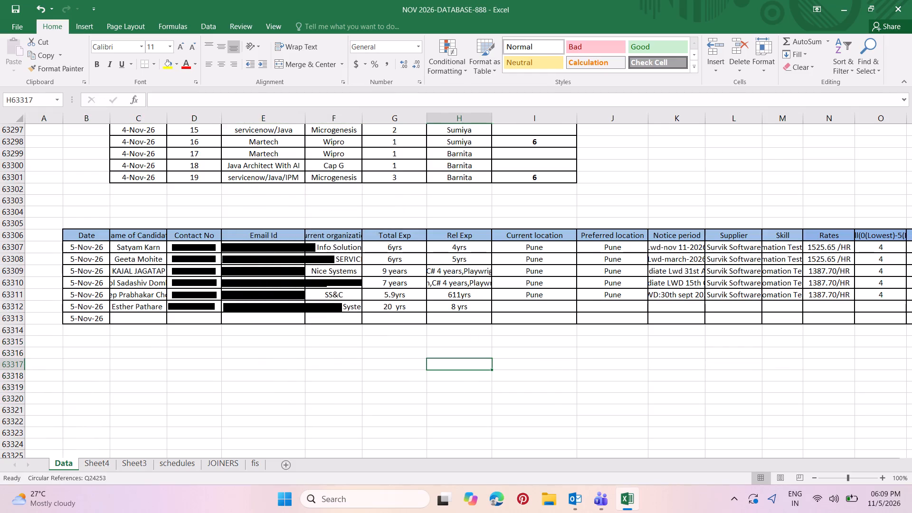
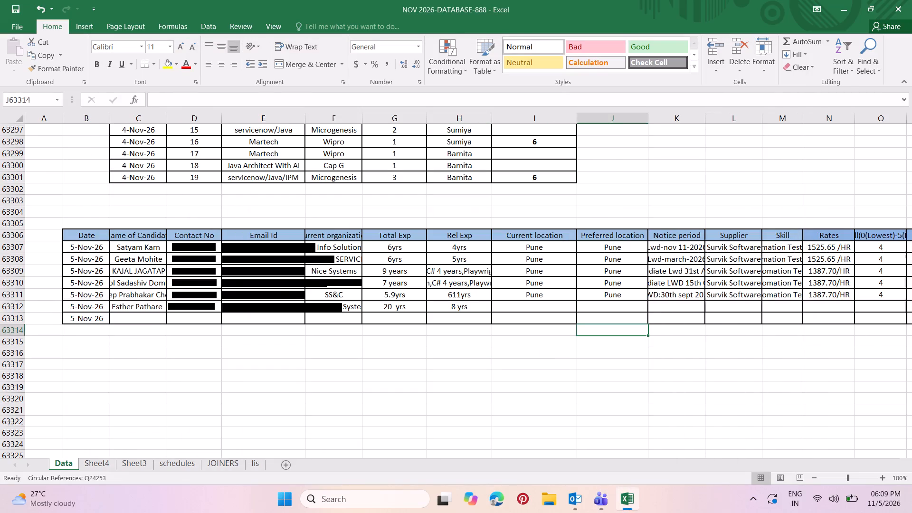
# Apply the Hyperlink cell style to the Email Id cells E63307:E63312 in the 5-Nov-26 table.
pyautogui.moveTo(260, 247); pyautogui.dragTo(267, 310)
pyautogui.click(655, 61)
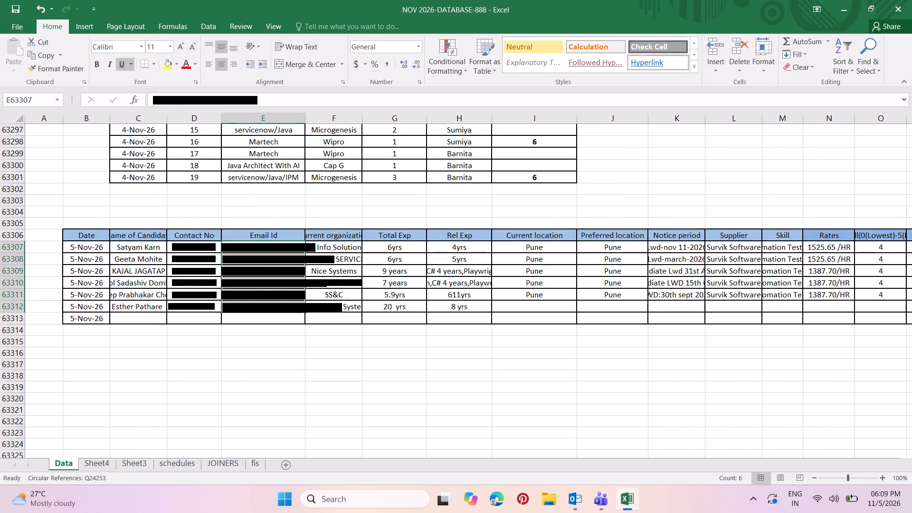
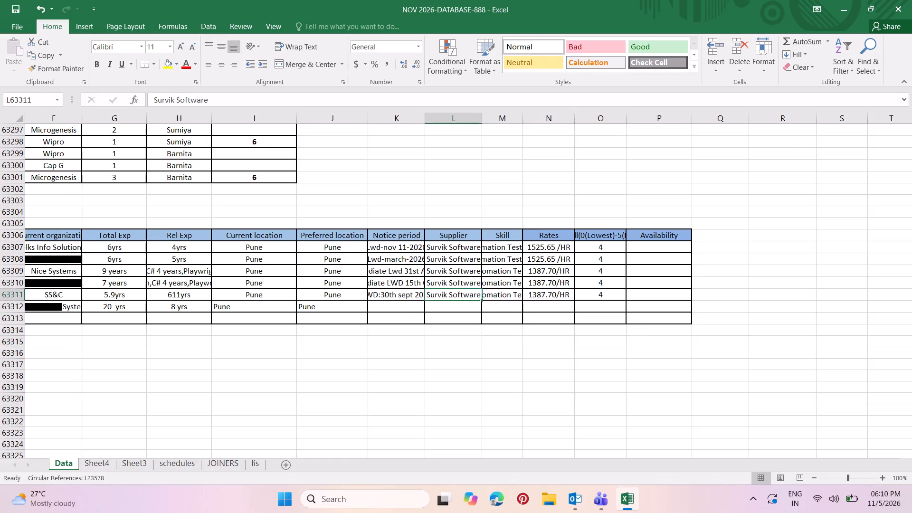
# Copy the supplier, skill, rate and skill-rating cells L63311:O63311 and paste them into row 63312 starting at L63312.
pyautogui.moveTo(492, 292); pyautogui.dragTo(586, 296)
pyautogui.rightClick(586, 296)
pyautogui.click(636, 71)
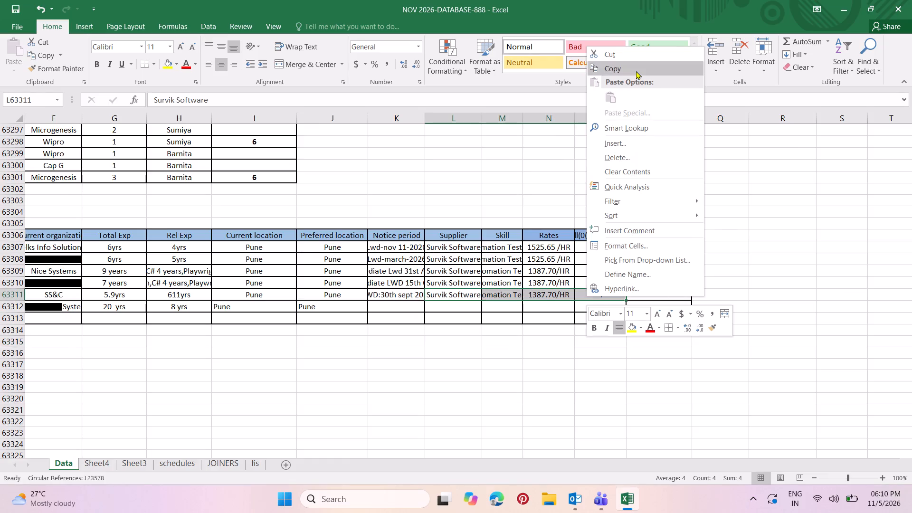
pyautogui.rightClick(467, 307)
pyautogui.click(497, 106)
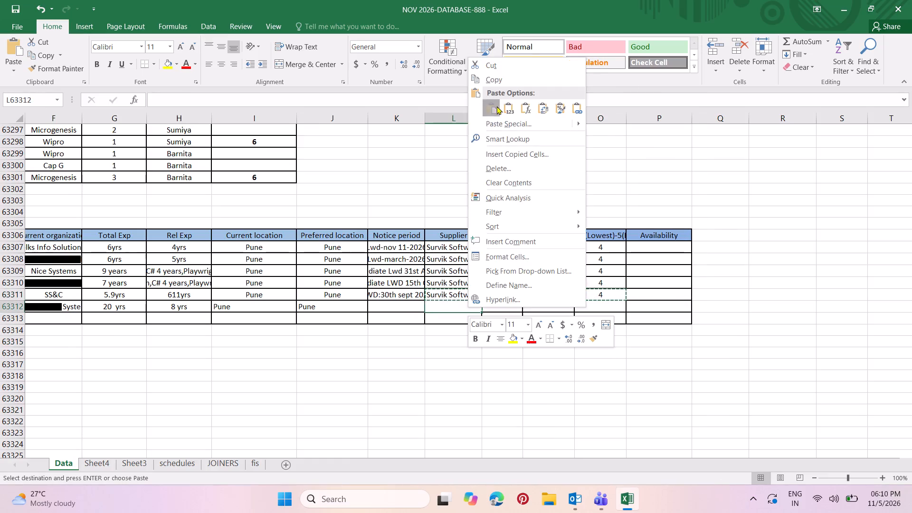
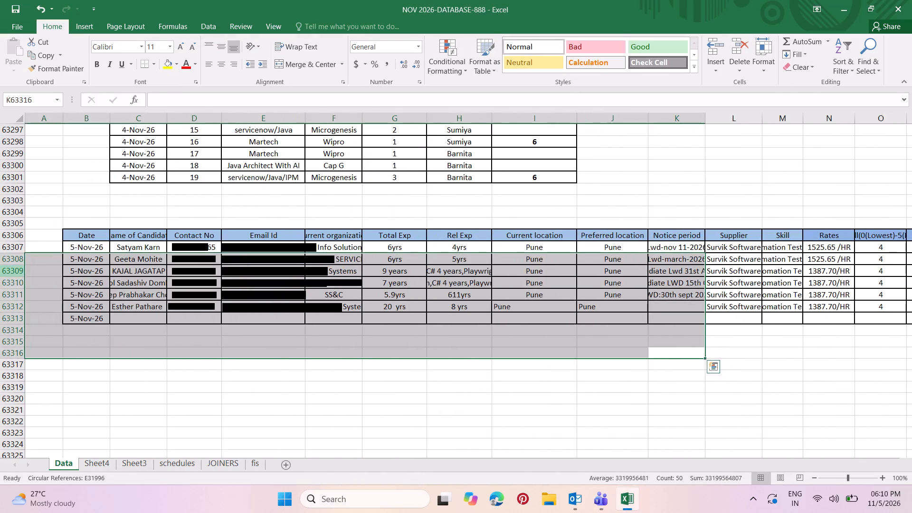
# Centre-align all cells of the 5-Nov-26 candidate table, B63306:P63313, including the header row.
pyautogui.click(260, 348)
pyautogui.moveTo(89, 236); pyautogui.dragTo(911, 300)
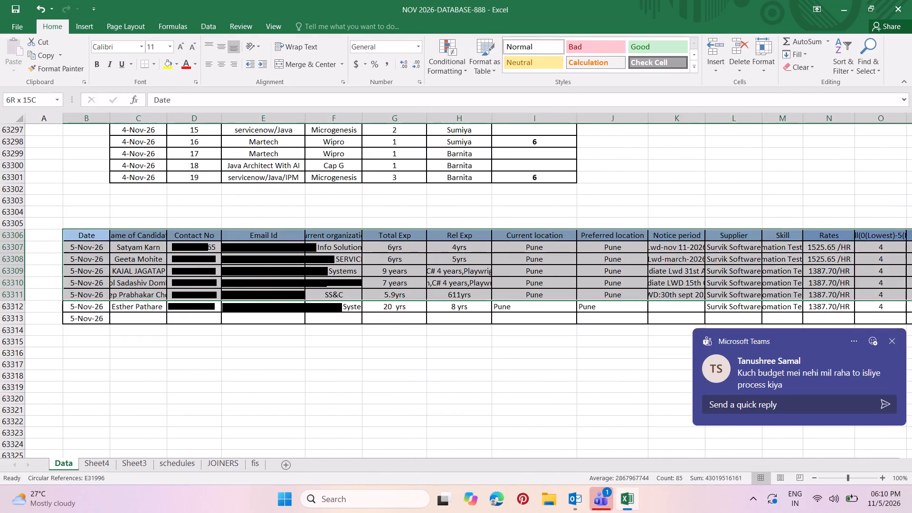
pyautogui.moveTo(911, 300); pyautogui.dragTo(600, 313)
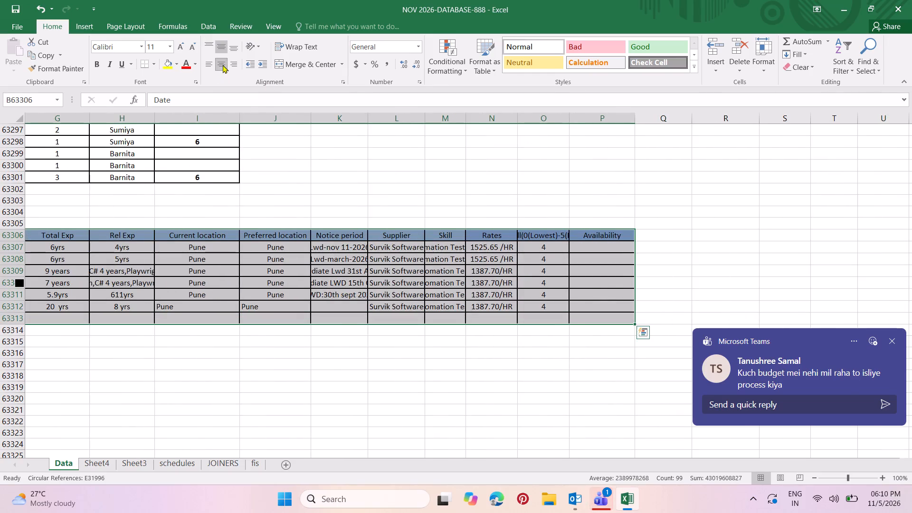
pyautogui.click(223, 65)
pyautogui.click(223, 65)
pyautogui.click(441, 363)
pyautogui.click(556, 386)
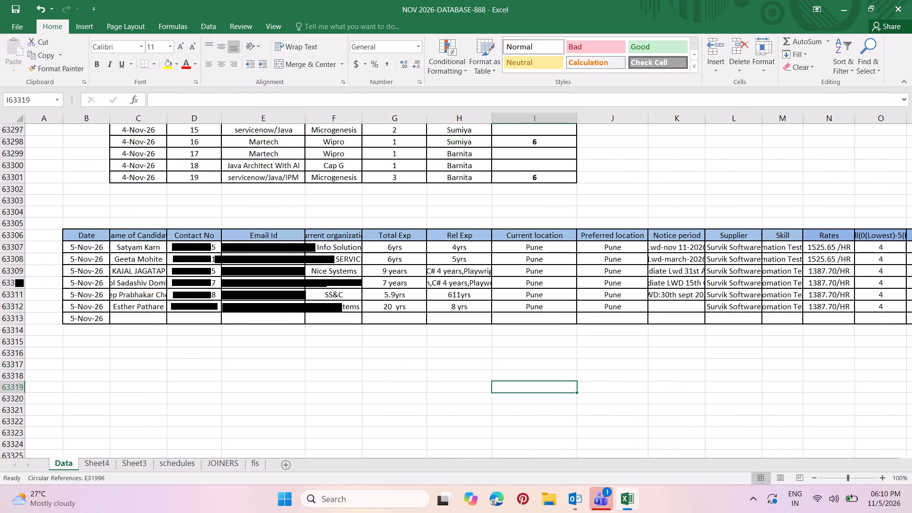
# Save the workbook.
pyautogui.hotkey('ctrl', 's')
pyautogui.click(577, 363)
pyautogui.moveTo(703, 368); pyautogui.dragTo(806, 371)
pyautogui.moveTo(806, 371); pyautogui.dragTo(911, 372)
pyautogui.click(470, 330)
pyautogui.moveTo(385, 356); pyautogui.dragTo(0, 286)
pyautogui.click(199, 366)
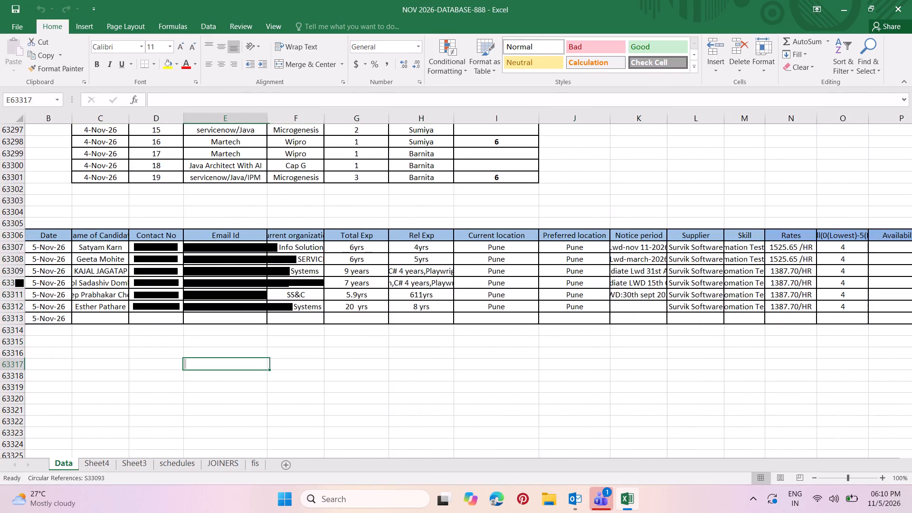
# Replace the Total Exp entry in cell G63312 with 10+y.
pyautogui.click(358, 305)
pyautogui.write('10+y')
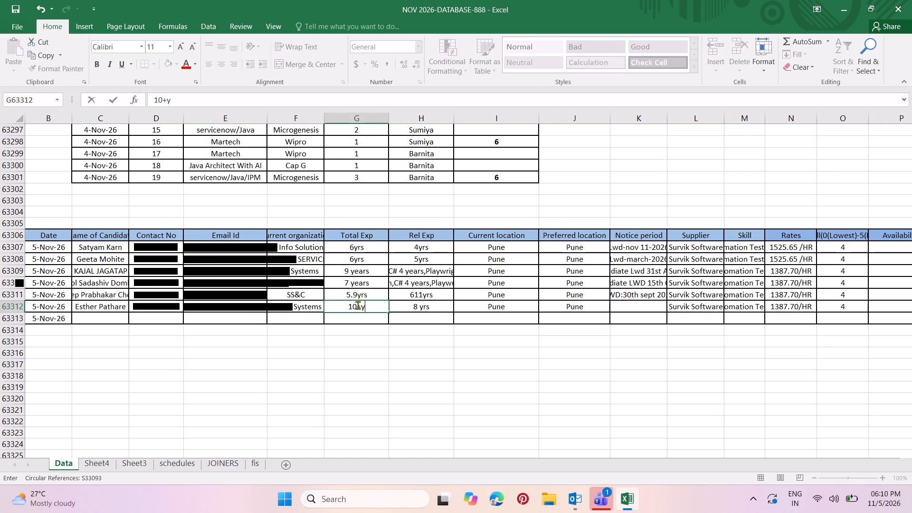
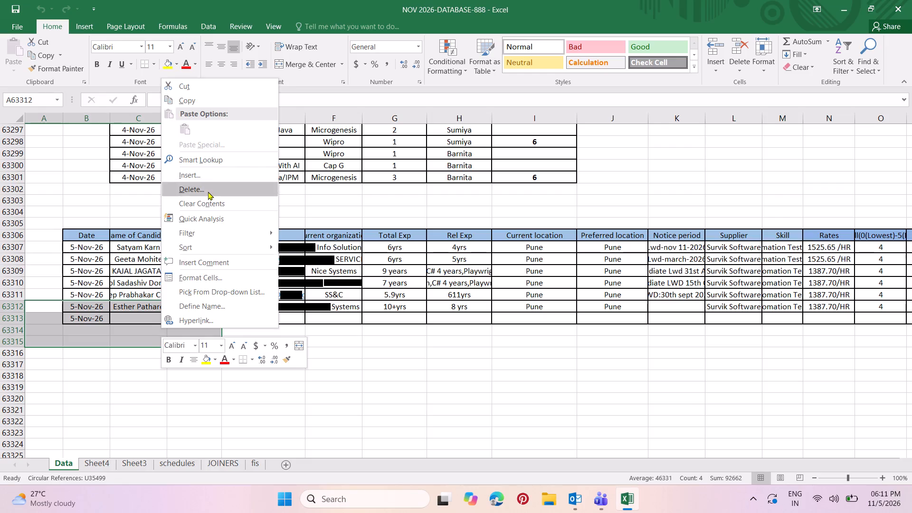
# Delete the entire rows 63312 to 63315 at the bottom of the 5-Nov-26 candidate table.
pyautogui.click(187, 192)
pyautogui.click(190, 220)
pyautogui.click(435, 361)
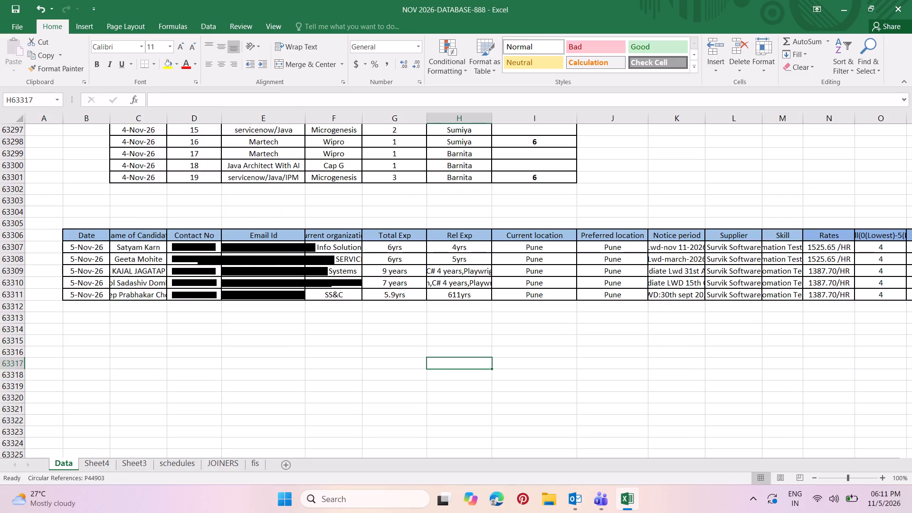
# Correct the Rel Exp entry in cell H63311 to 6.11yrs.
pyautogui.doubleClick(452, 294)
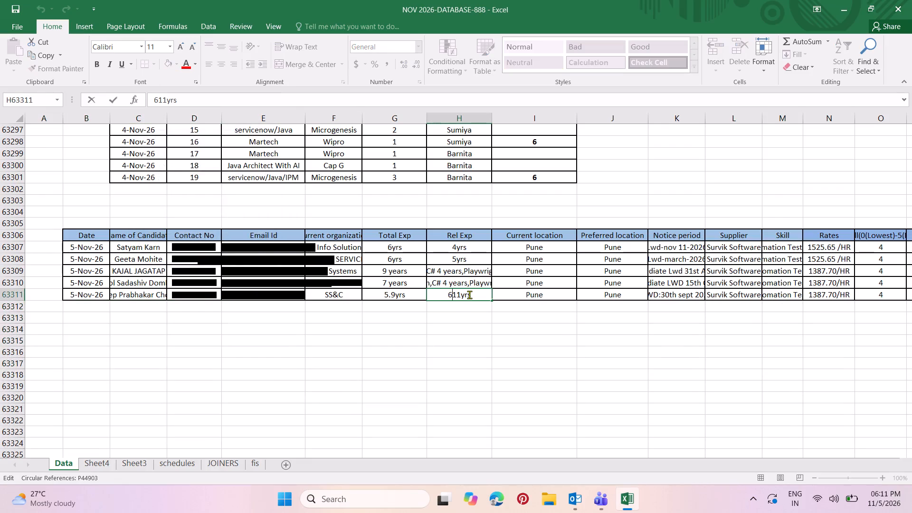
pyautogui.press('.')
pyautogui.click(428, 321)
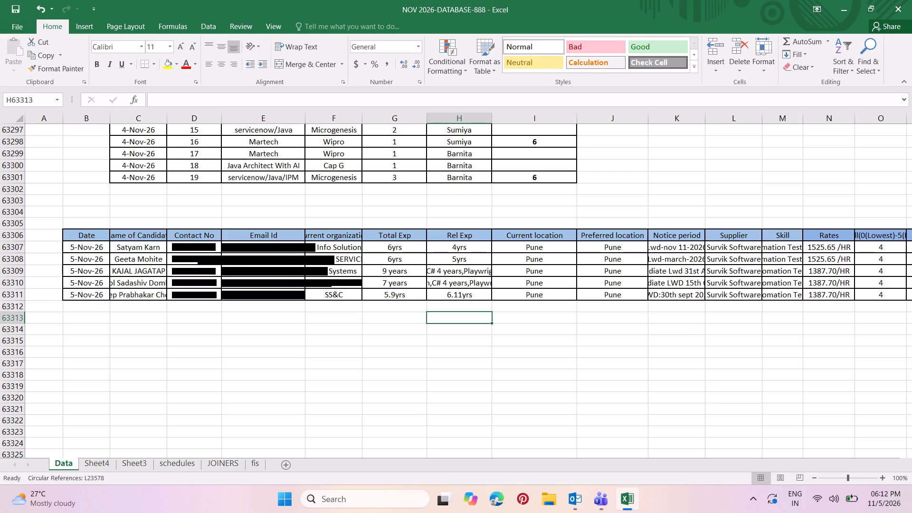
# Replace the Rel Exp entry in cell H63311 with 5.9yrs.
pyautogui.click(453, 296)
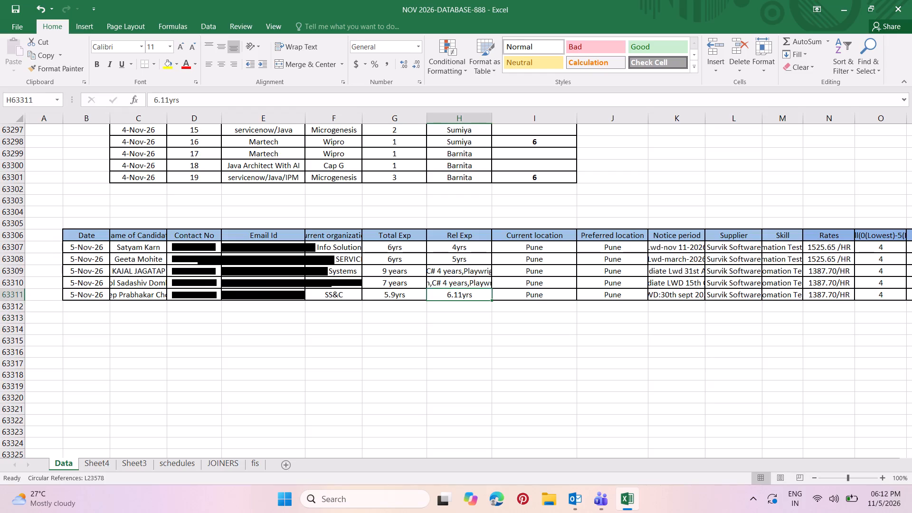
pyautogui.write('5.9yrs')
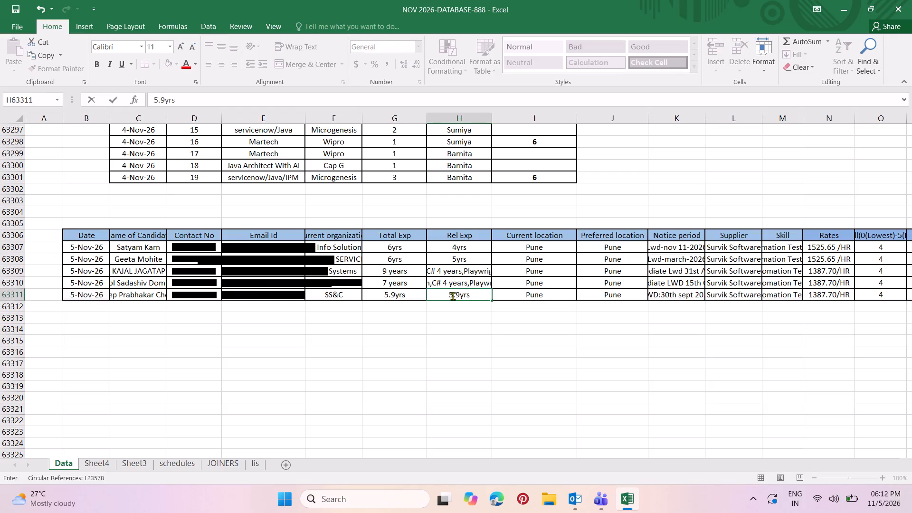
pyautogui.click(438, 344)
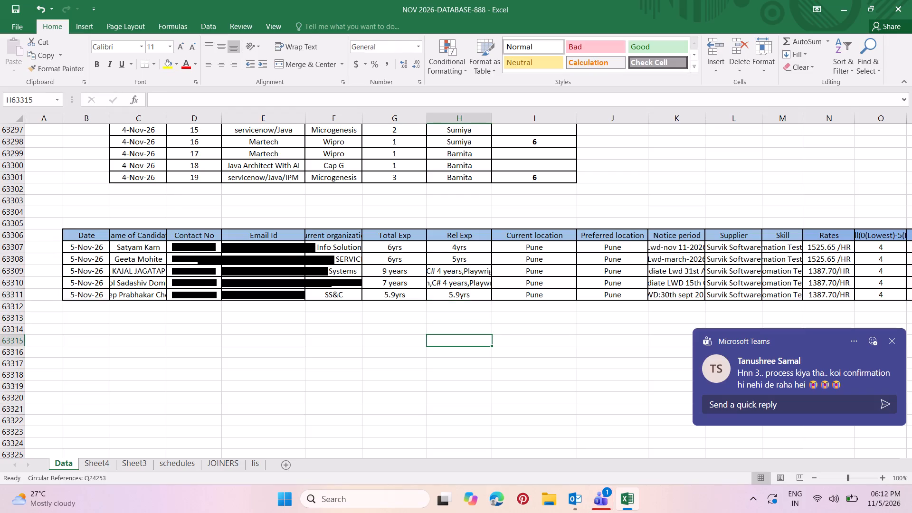
# Select the whole 5-Nov-26 candidate table, B63306:P63311, including the header row.
pyautogui.moveTo(87, 235); pyautogui.dragTo(675, 282)
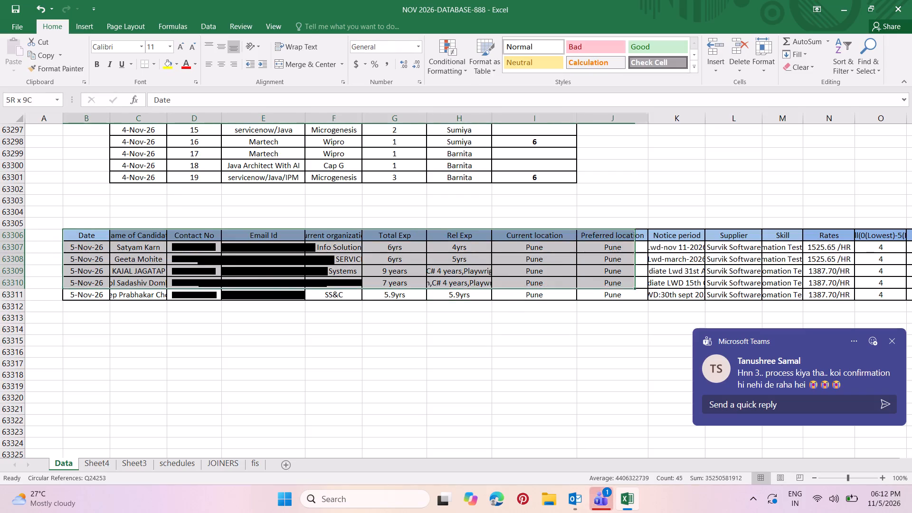
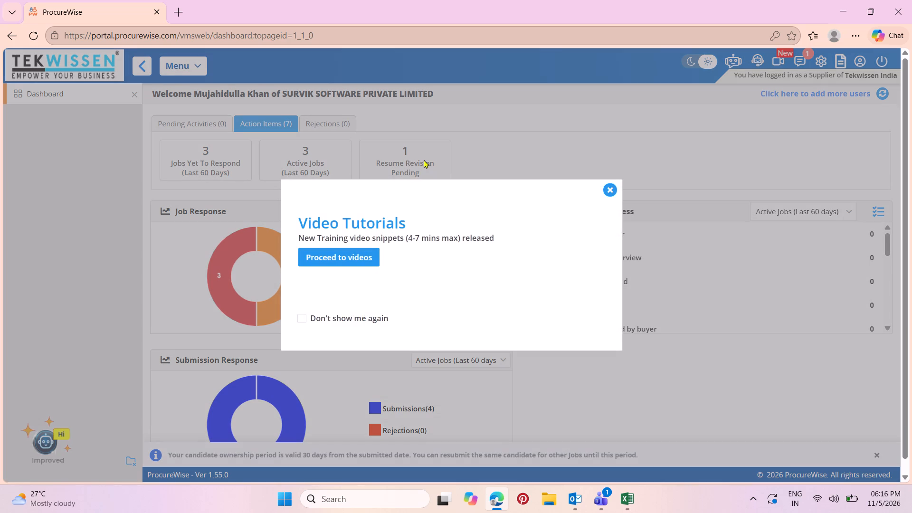
# Dismiss the video tutorials notice and open the Finance Manager – US Accounting job from the active jobs of the last 60 days.
pyautogui.click(612, 191)
pyautogui.click(307, 170)
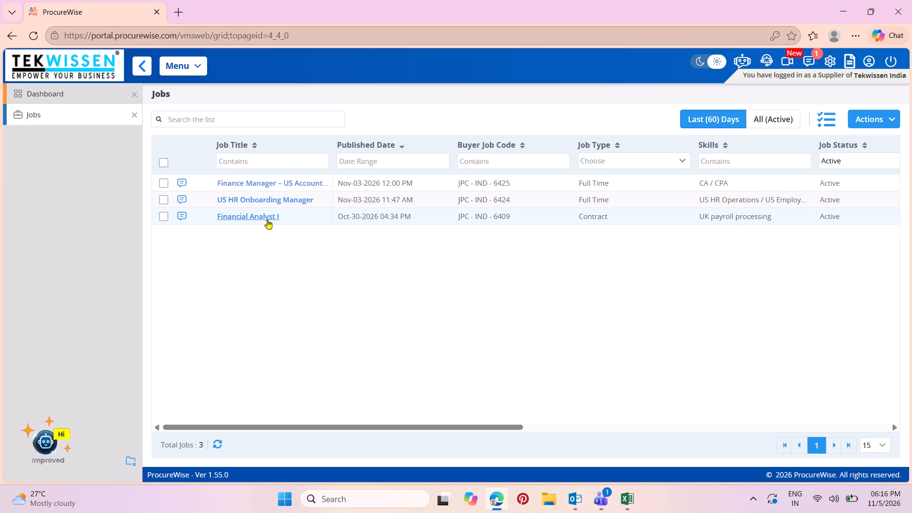
pyautogui.click(279, 186)
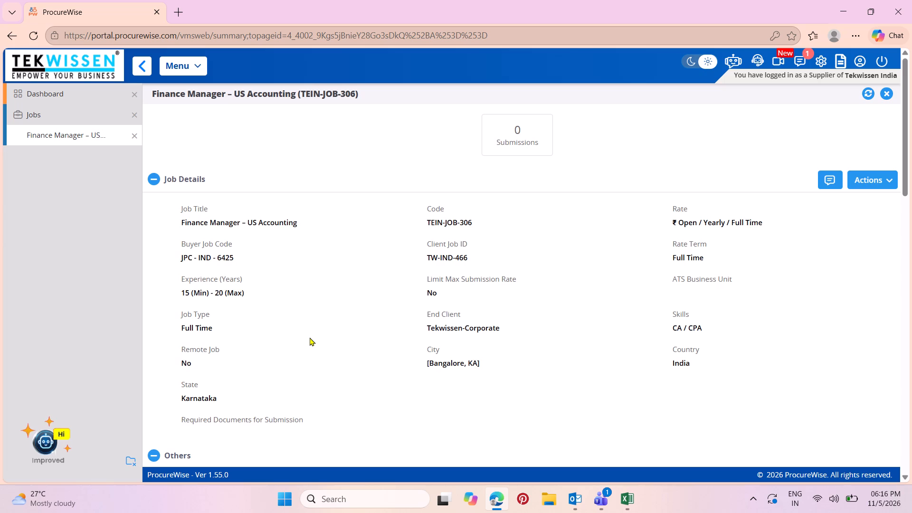
# Read through the Finance Manager – US Accounting job's details, description, required qualifications, supplier notes and published history.
pyautogui.scroll(-3, 310, 337)
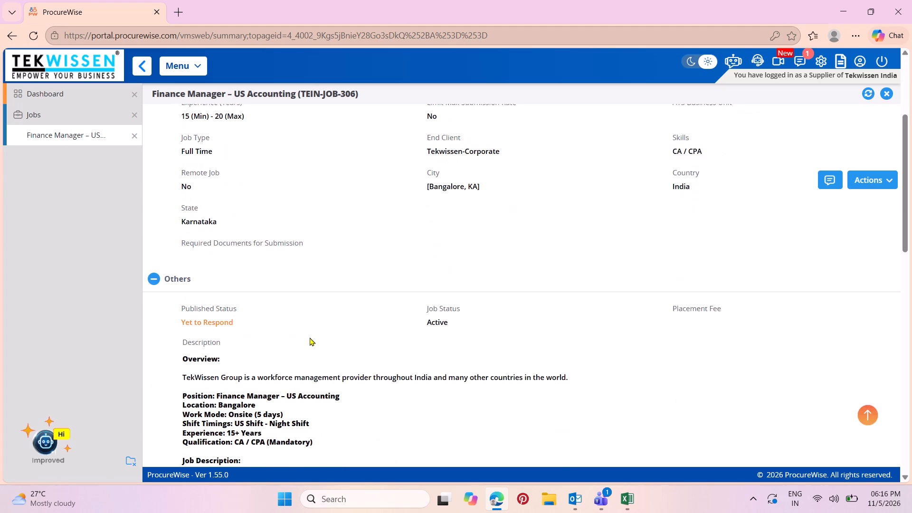
pyautogui.scroll(-5, 310, 337)
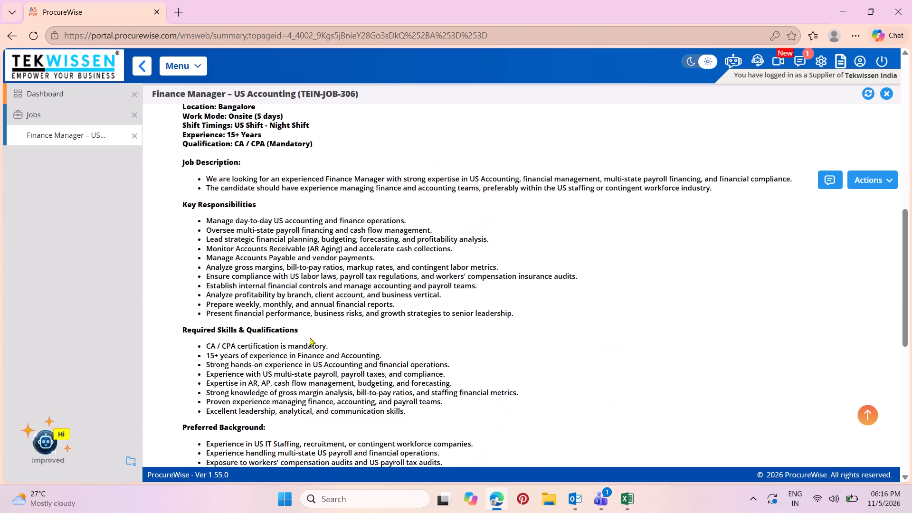
pyautogui.scroll(-5, 310, 337)
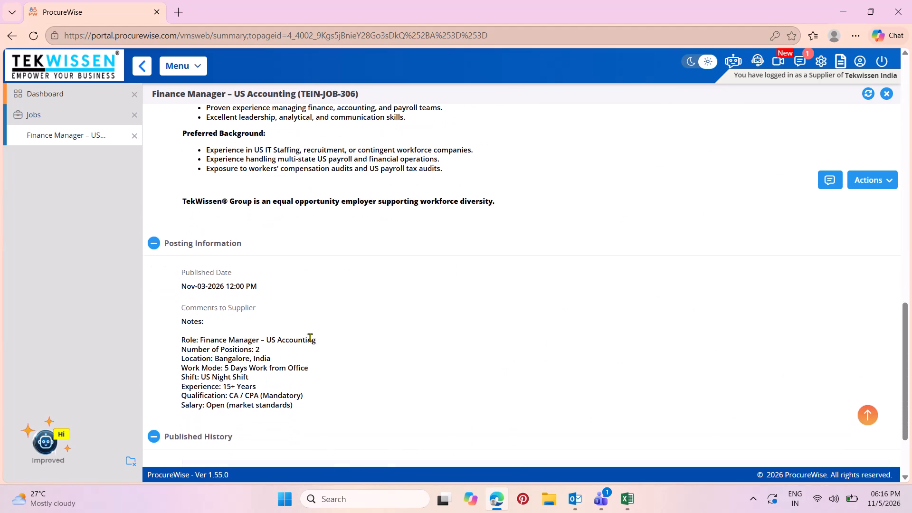
pyautogui.scroll(-1, 310, 337)
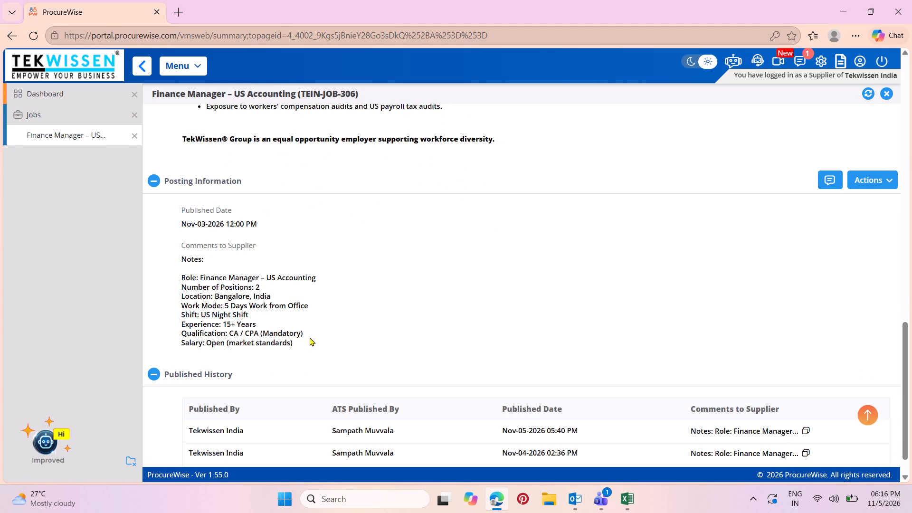
pyautogui.scroll(-4, 310, 337)
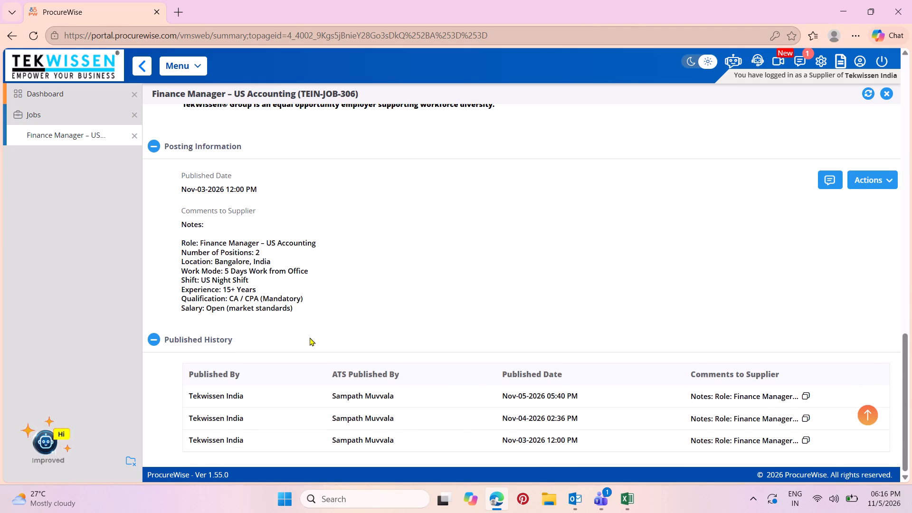
# Look back over the Finance Manager – US Accounting posting, from its supplier notes up to the Job Details section.
pyautogui.scroll(1, 310, 337)
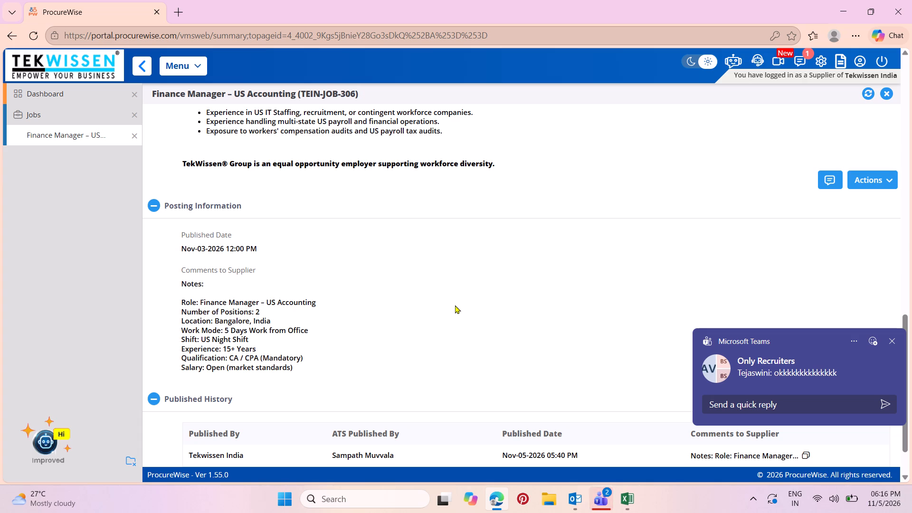
pyautogui.scroll(12, 489, 351)
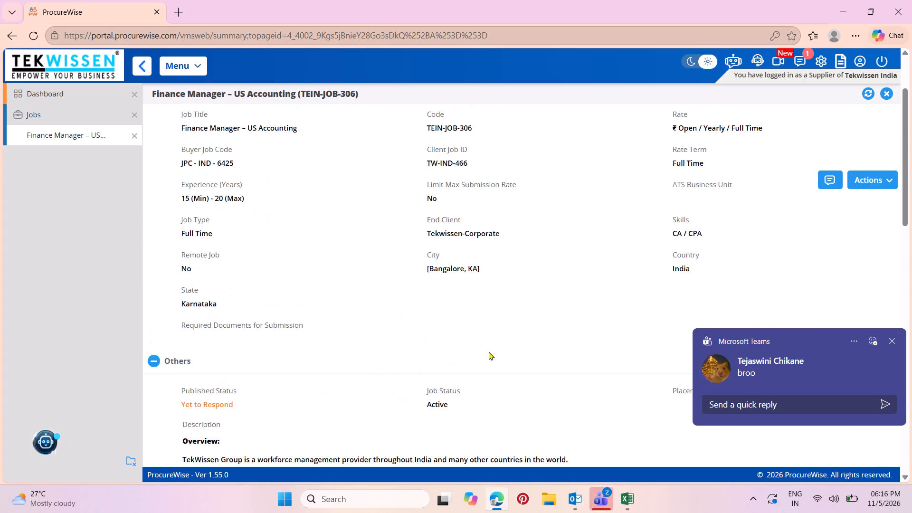
pyautogui.scroll(8, 489, 351)
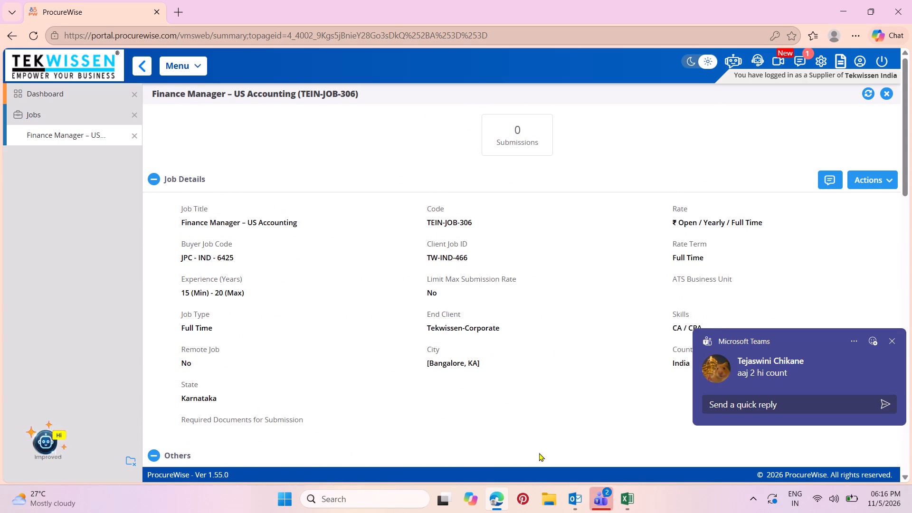
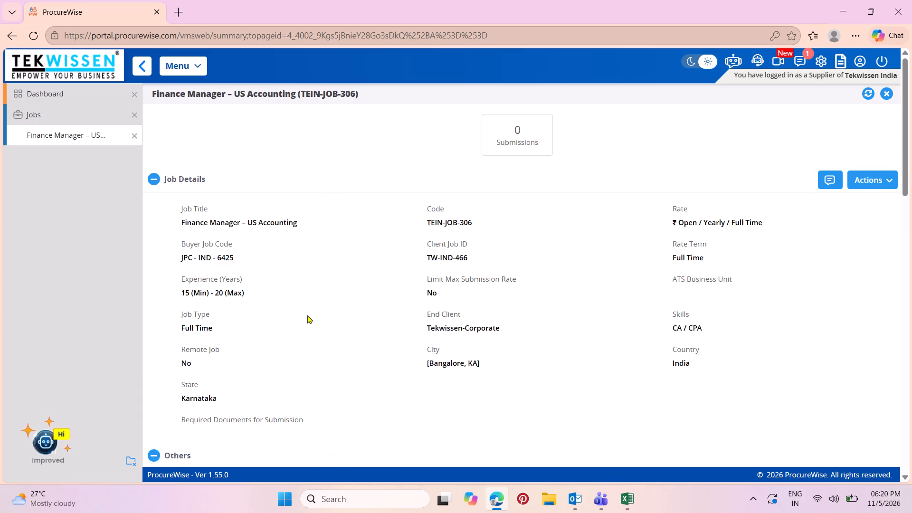
# Review the Finance Manager – US Accounting job's description and supplier notes again, and start a new candidate submission for it.
pyautogui.scroll(-2, 307, 315)
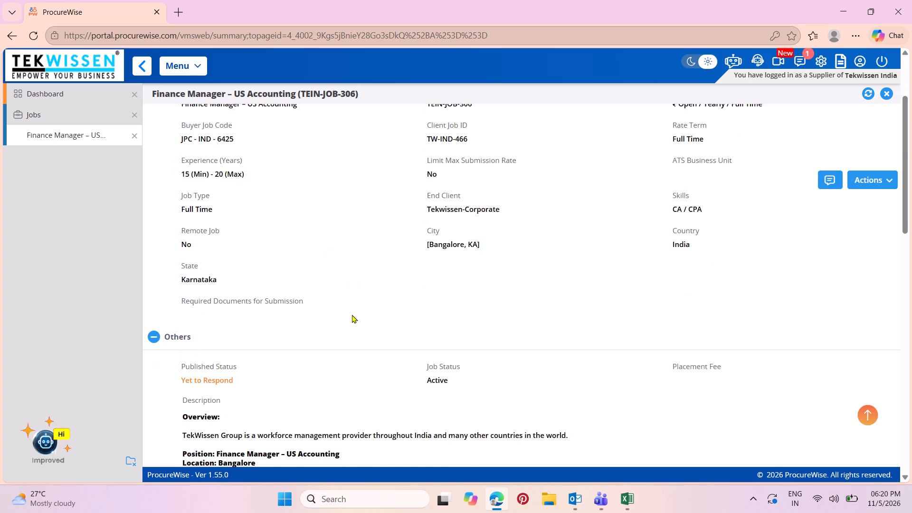
pyautogui.scroll(-3, 352, 314)
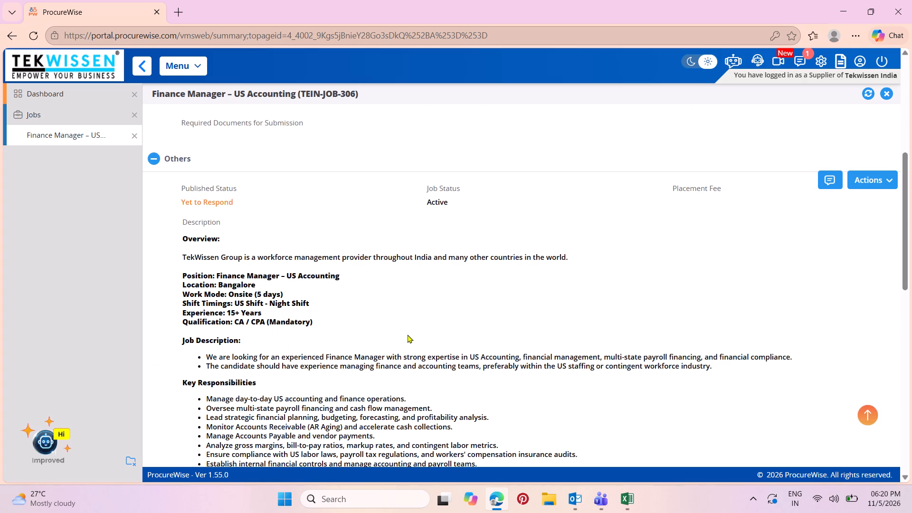
pyautogui.scroll(-7, 408, 334)
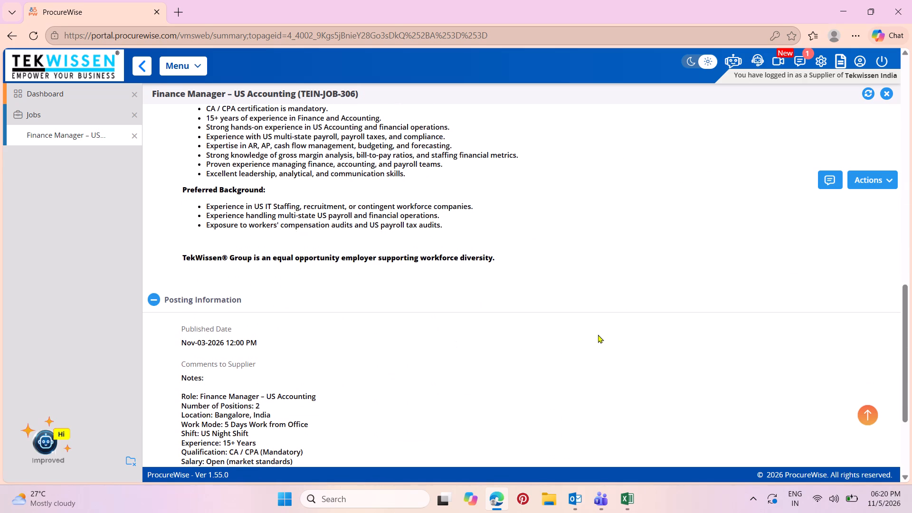
pyautogui.click(871, 183)
pyautogui.click(845, 227)
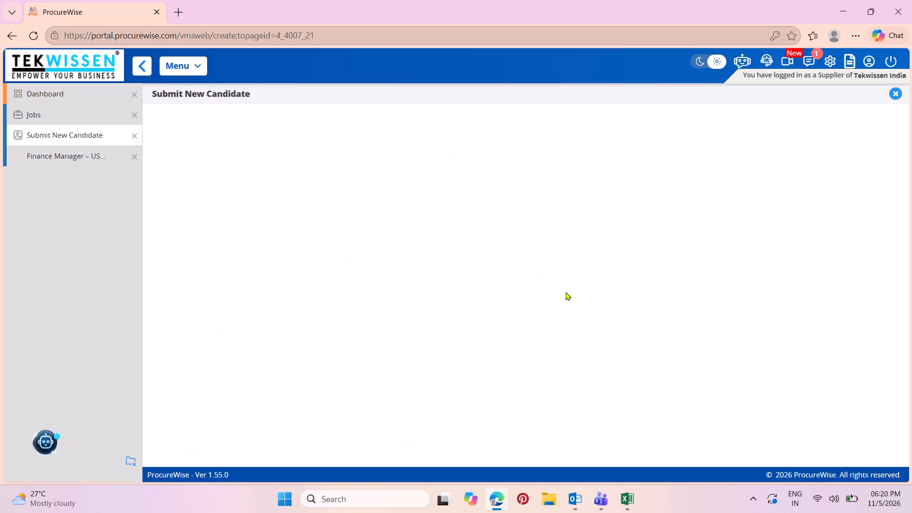
# Look through the candidate submission form for Finance Manager – US Accounting, covering its personal, contact, rate and document fields.
pyautogui.click(636, 325)
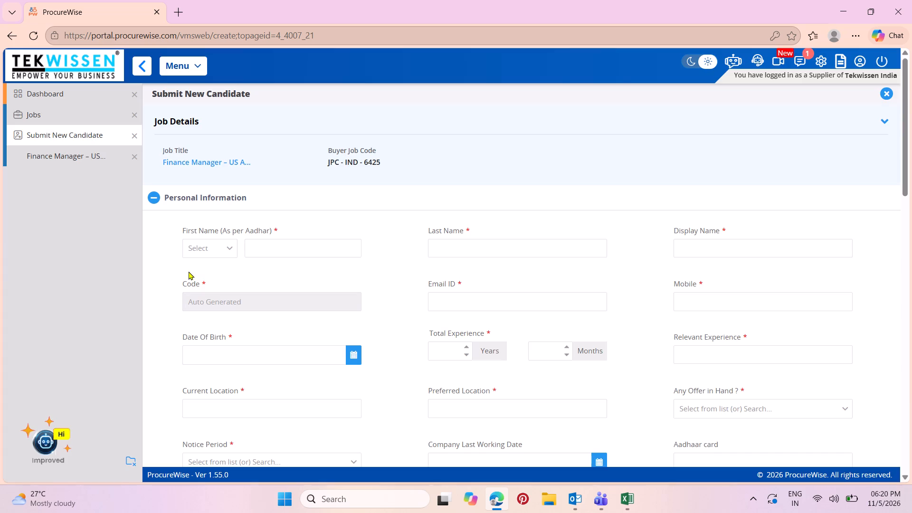
pyautogui.scroll(-3, 338, 303)
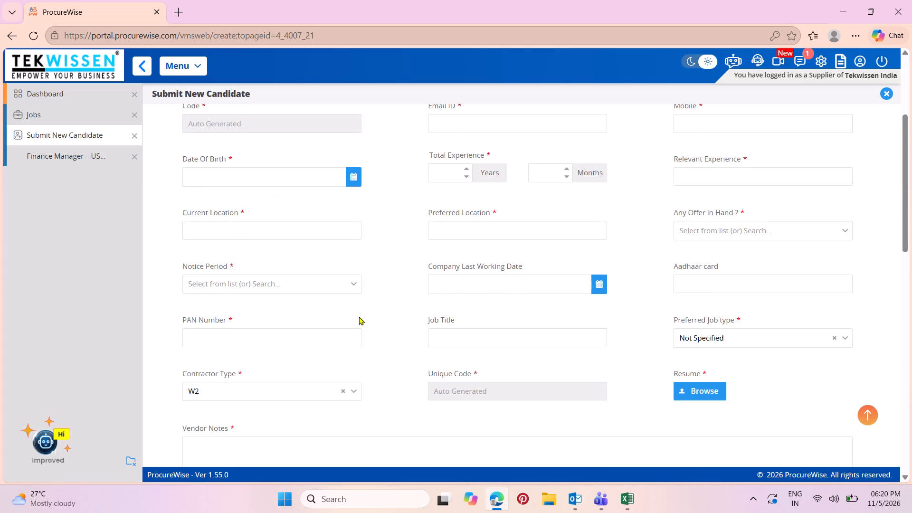
pyautogui.scroll(-4, 359, 316)
pyautogui.scroll(2, 359, 316)
pyautogui.scroll(-2, 359, 316)
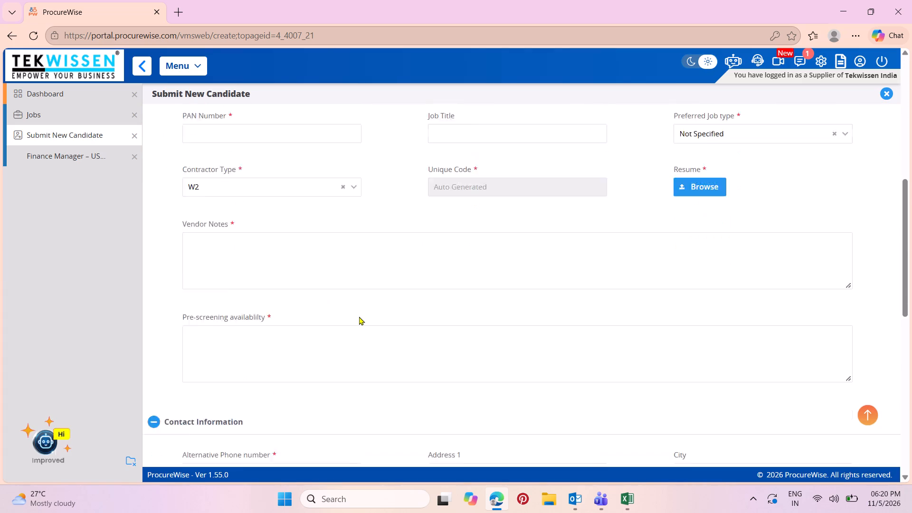
pyautogui.scroll(-9, 359, 316)
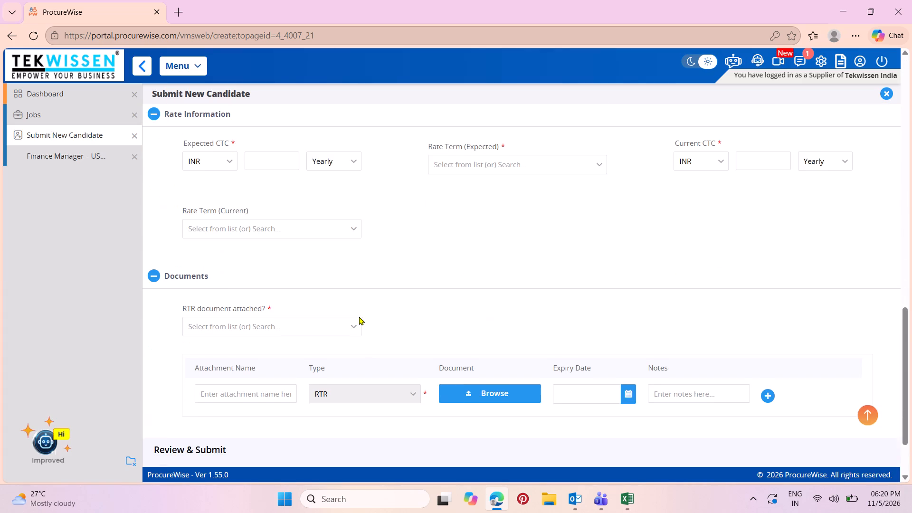
pyautogui.scroll(-4, 359, 316)
pyautogui.scroll(4, 359, 316)
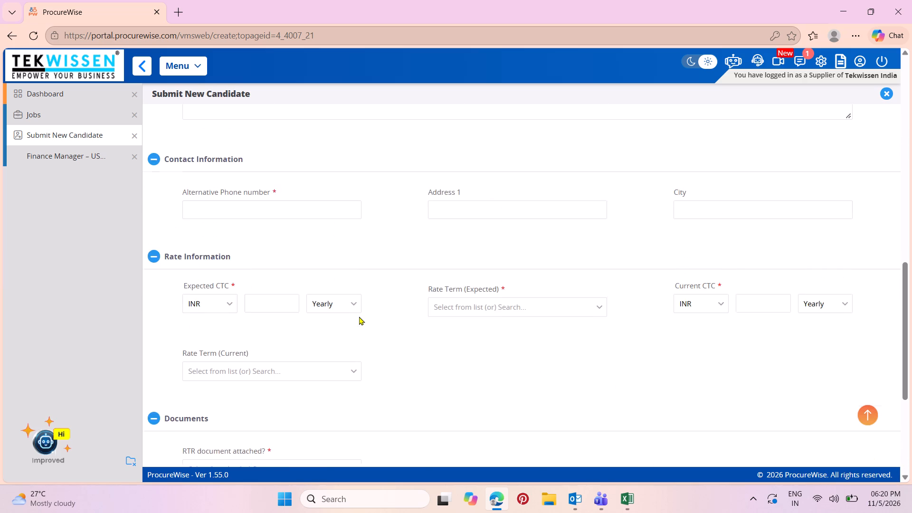
pyautogui.scroll(15, 359, 316)
# Go back from the submission form to the Finance Manager – US Accounting job summary and view its job details.
pyautogui.click(6, 33)
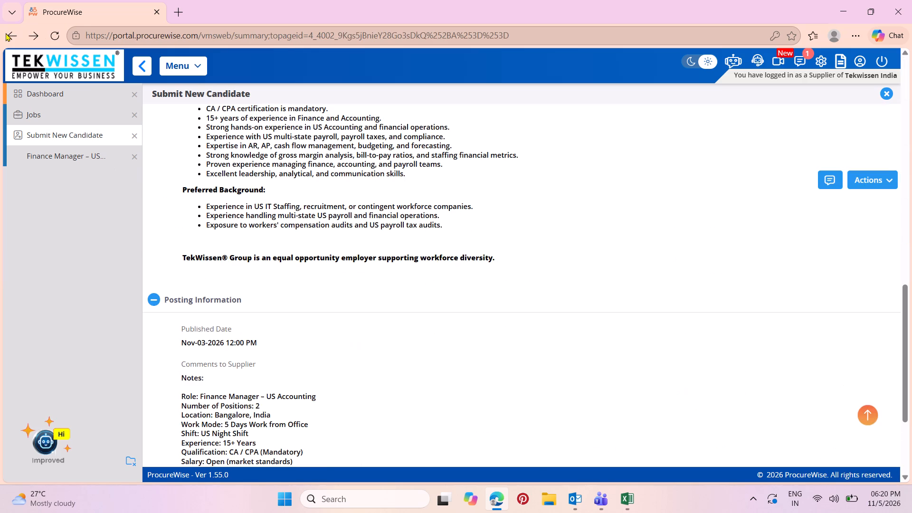
pyautogui.scroll(17, 363, 292)
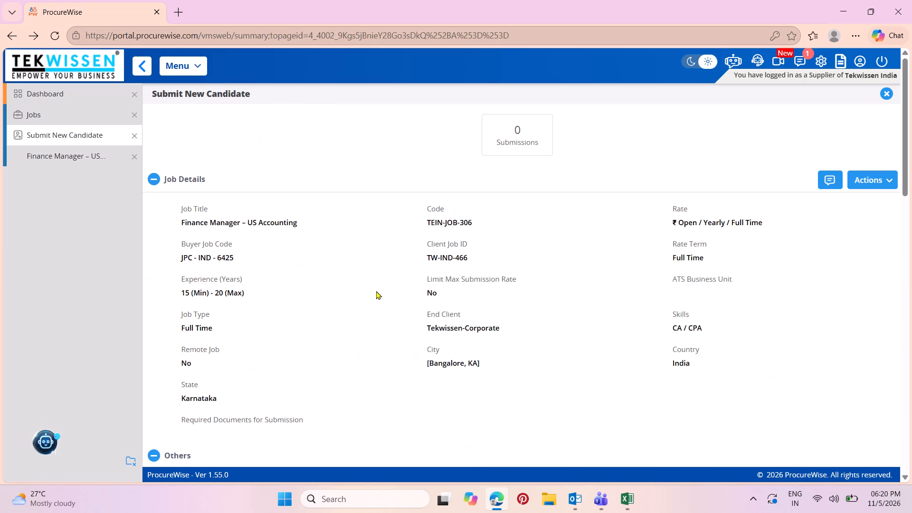